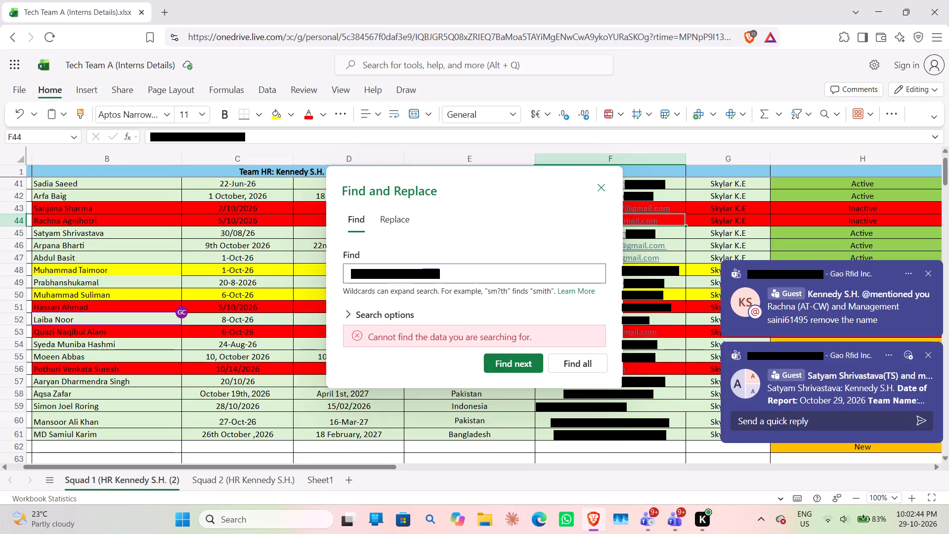
Replace the search text with the copied intern name, find all matches, and go to the matching name cell in the Squad 1 sheet.
double_click(424, 274)
left_click_drag(350, 274, 505, 275)
key("ctrl+v")
left_click(591, 357)
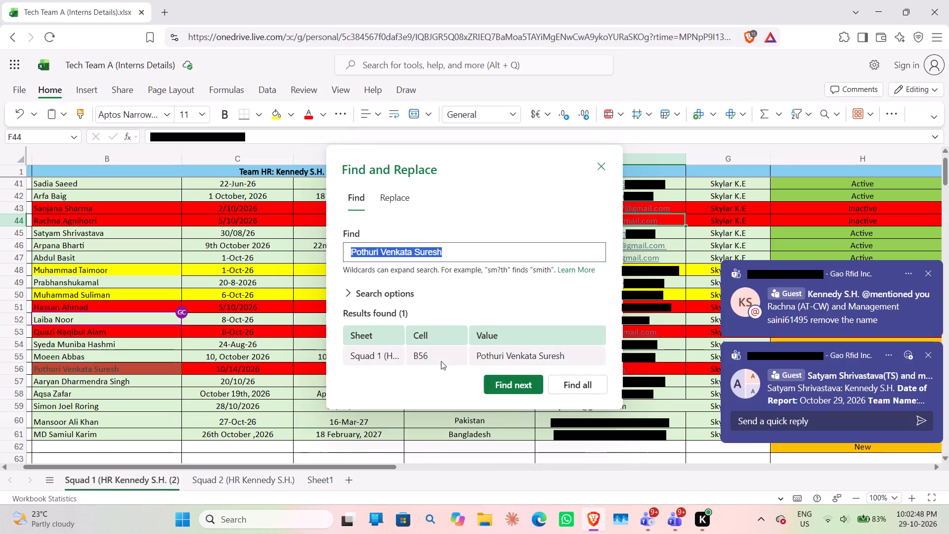
left_click(441, 361)
left_click(603, 170)
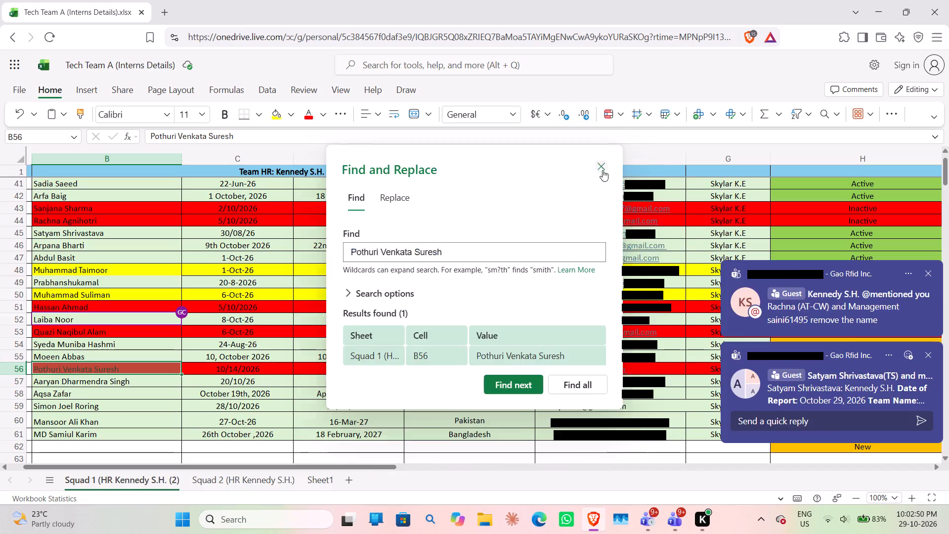
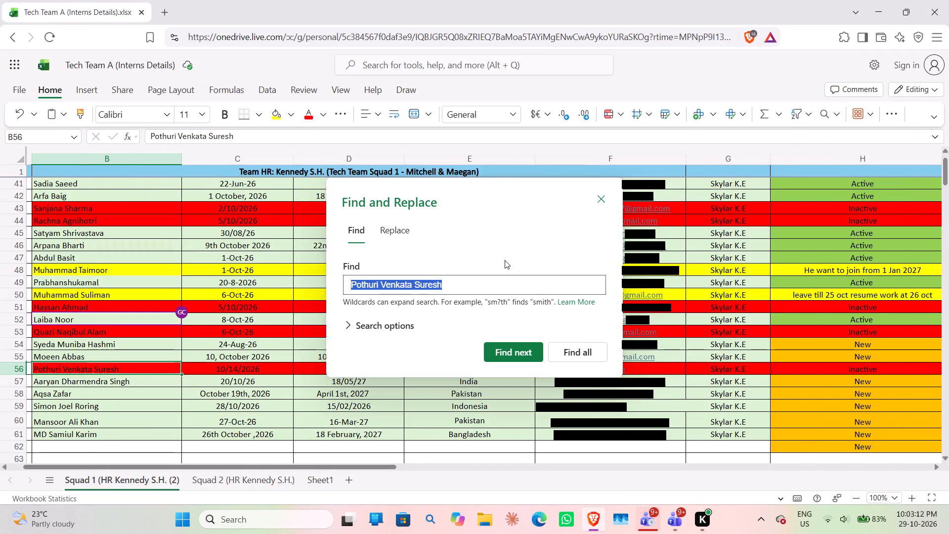
Replace the search text with the next copied intern name, find all matches, and go to matching cell B43 in the Squad 1 sheet.
key("ctrl+v")
left_click(568, 348)
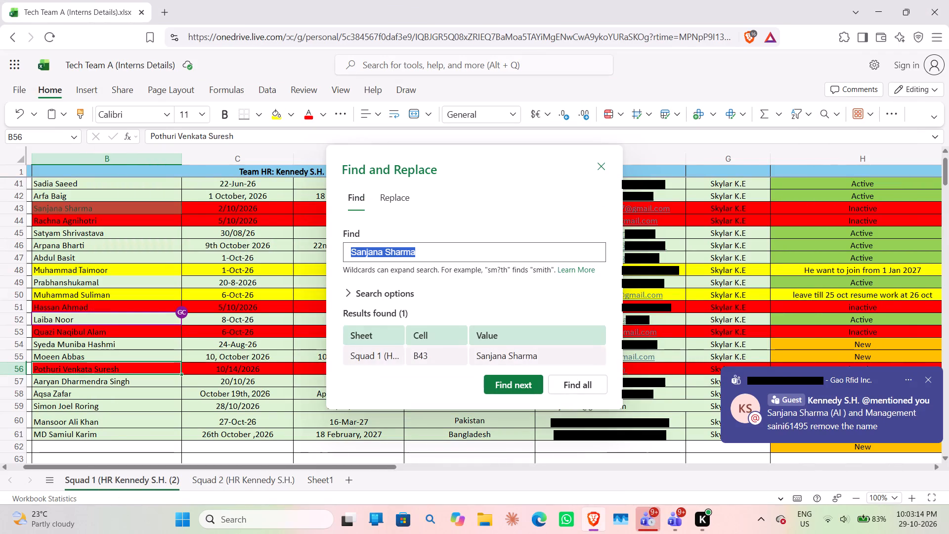
left_click(371, 354)
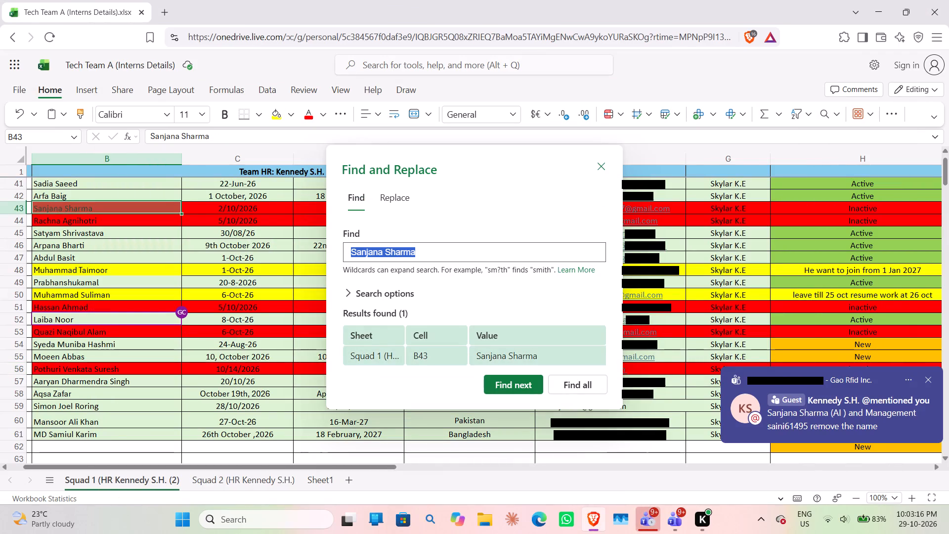
Select the found intern's entire row 43 in the Squad 1 sheet and bring up the row's editing options.
left_click(24, 212)
left_click(16, 204)
right_click(19, 212)
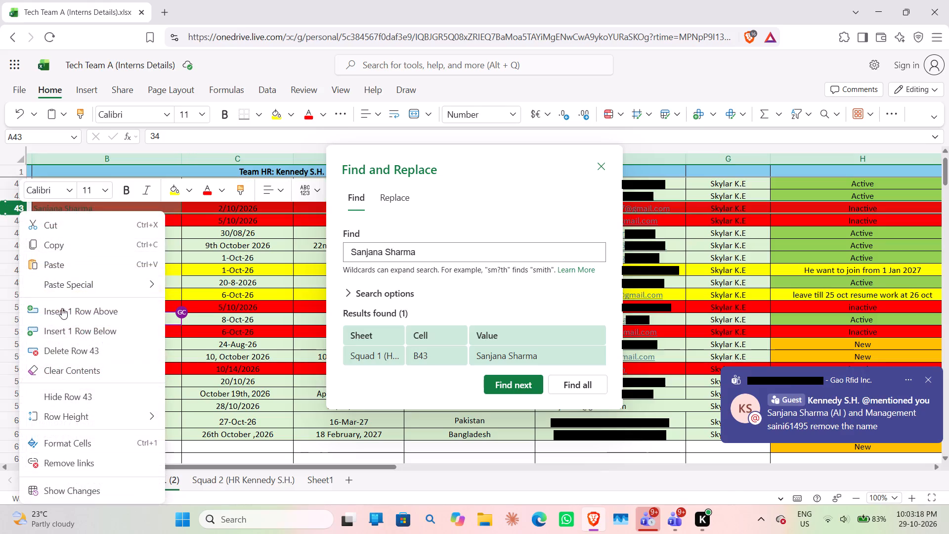
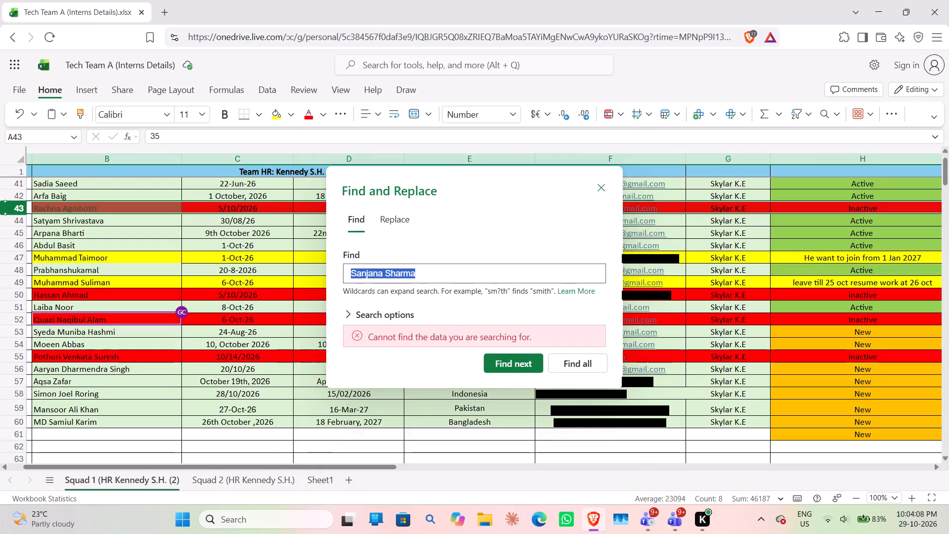
Search the workbook again for the copied intern name and delete that intern's entire row 43 in the Squad 1 sheet.
key("ctrl+v")
left_click(578, 365)
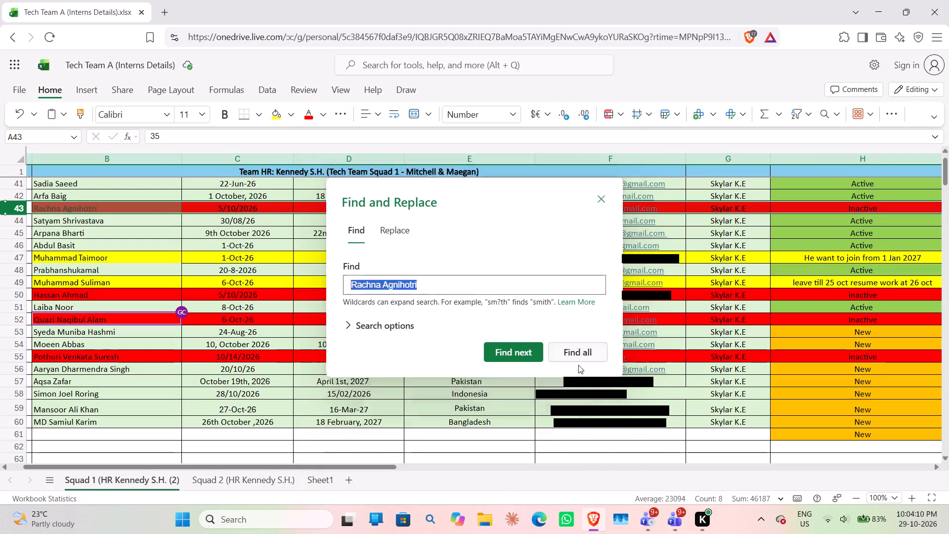
left_click(462, 351)
left_click(369, 349)
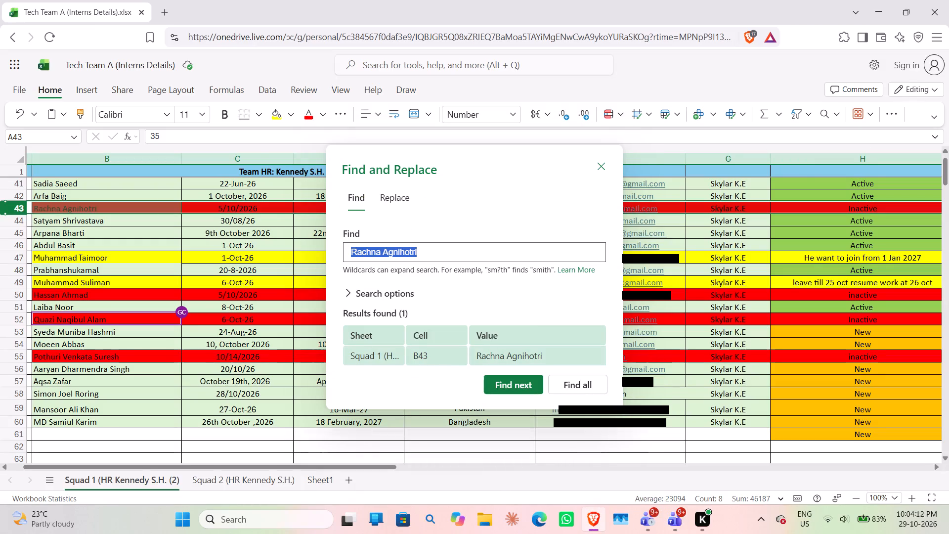
left_click(23, 211)
right_click(16, 206)
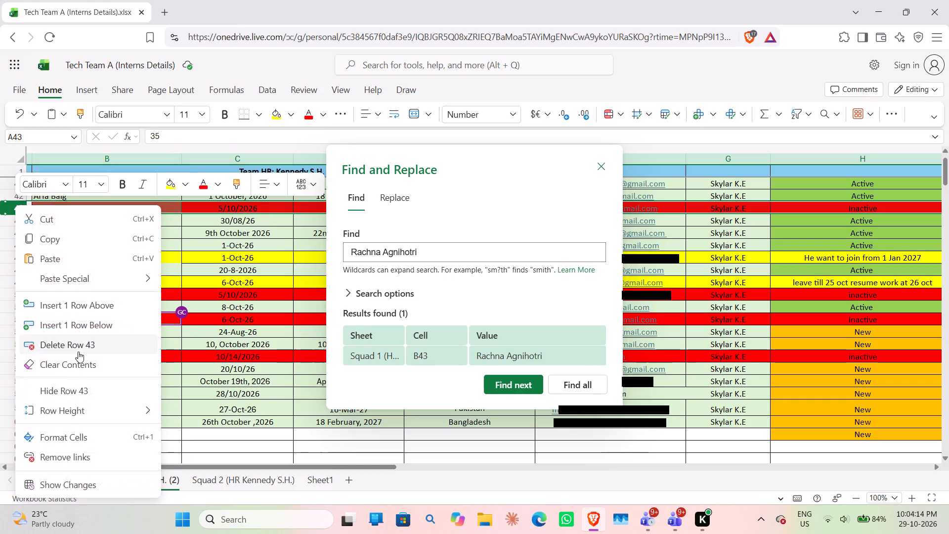
left_click(80, 343)
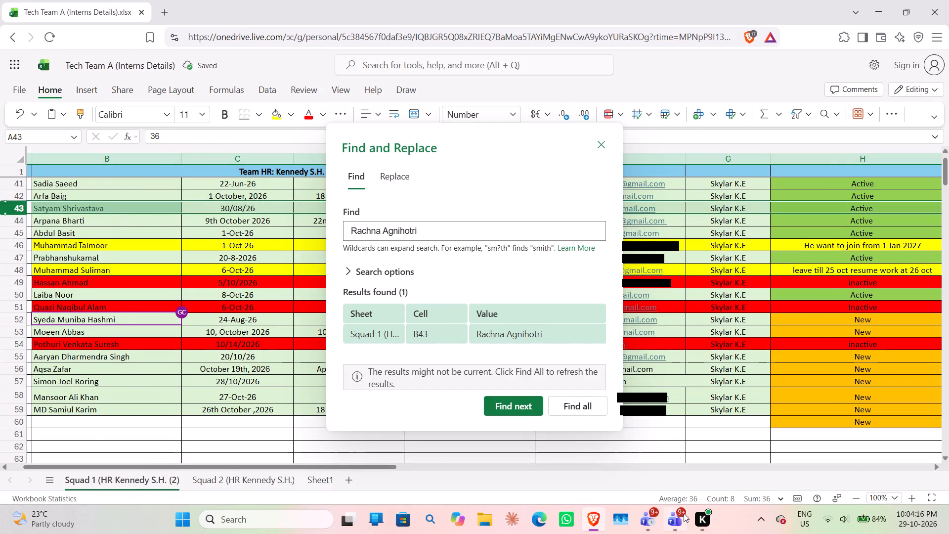
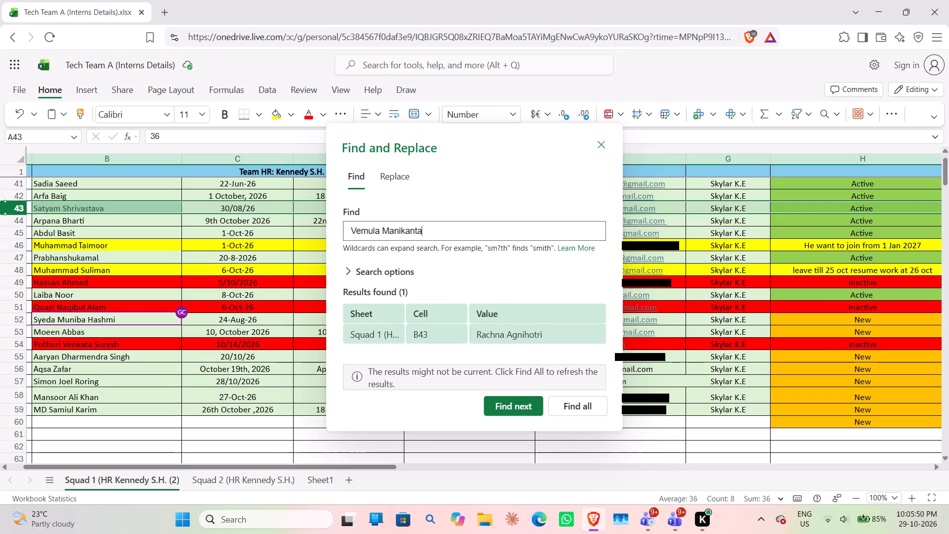
Search the workbook for the intern name already entered in the search and go to the matching cell in the Squad 1 sheet.
left_click(562, 402)
left_click(438, 348)
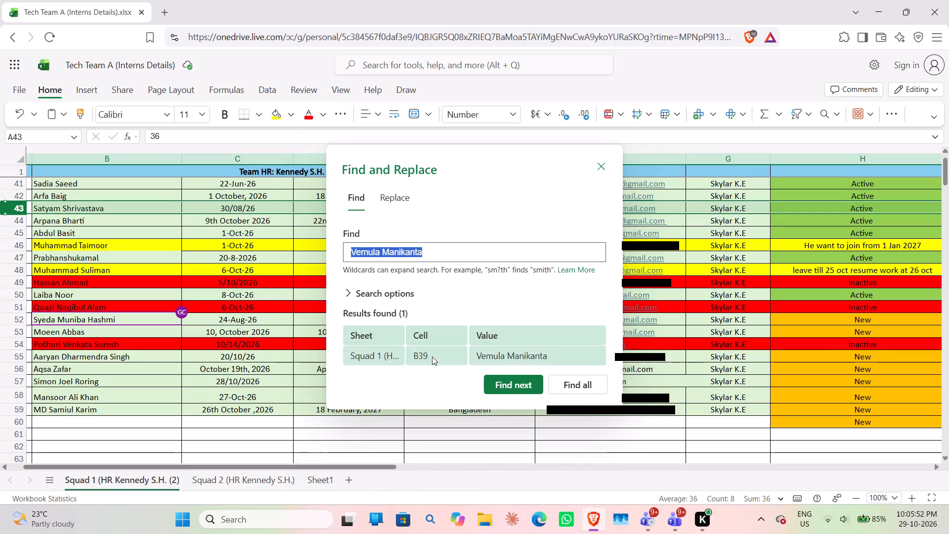
left_click(432, 356)
left_click(376, 346)
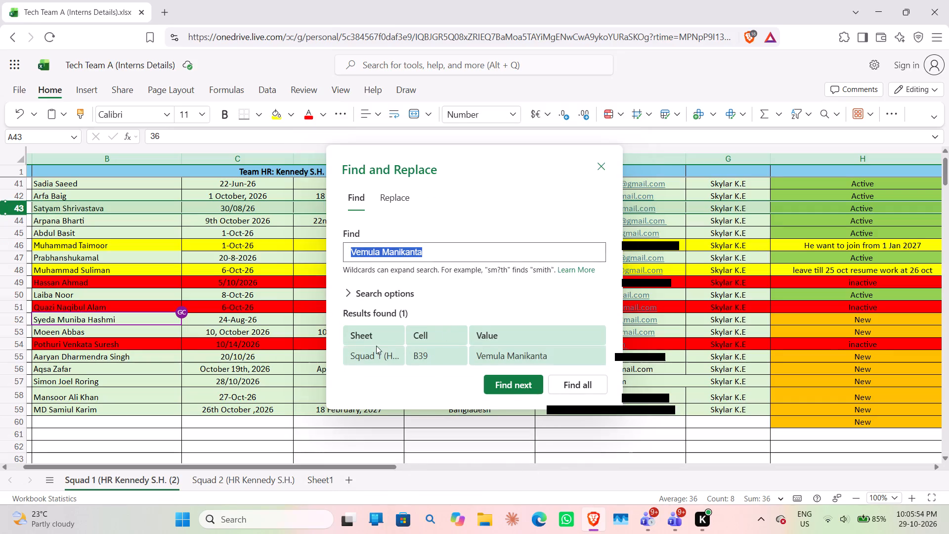
left_click(527, 386)
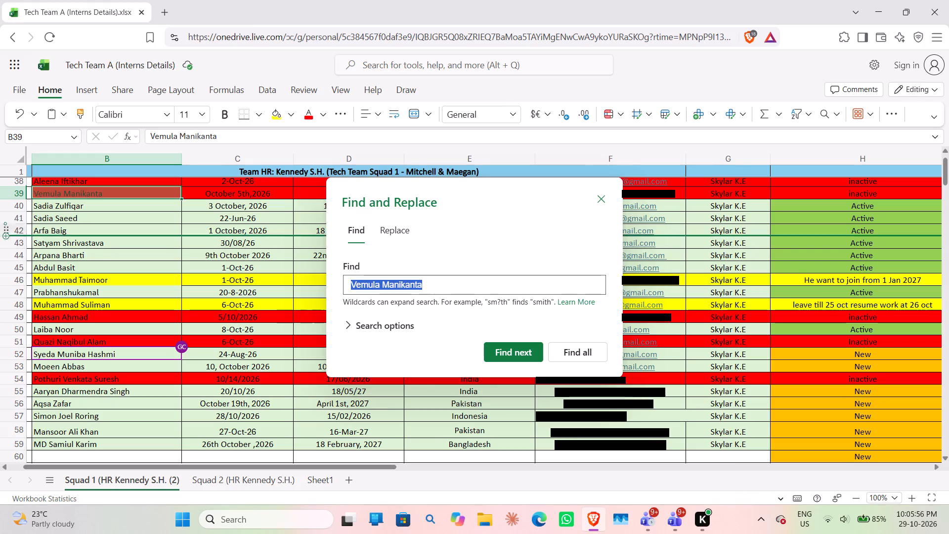
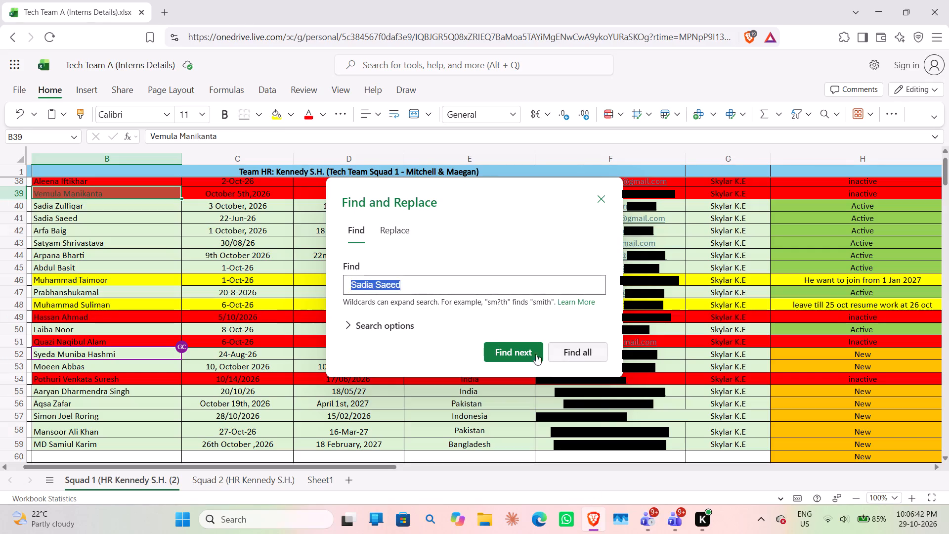
Find the already entered intern name in the workbook, go to the matching cell in the Squad 1 sheet, and close the search.
triple_click(526, 353)
triple_click(525, 353)
triple_click(525, 354)
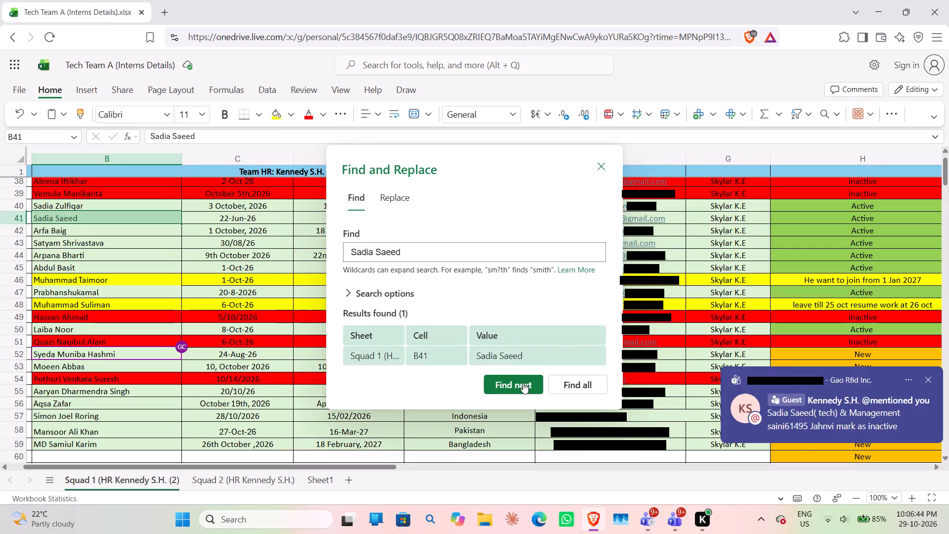
left_click(523, 383)
left_click(493, 350)
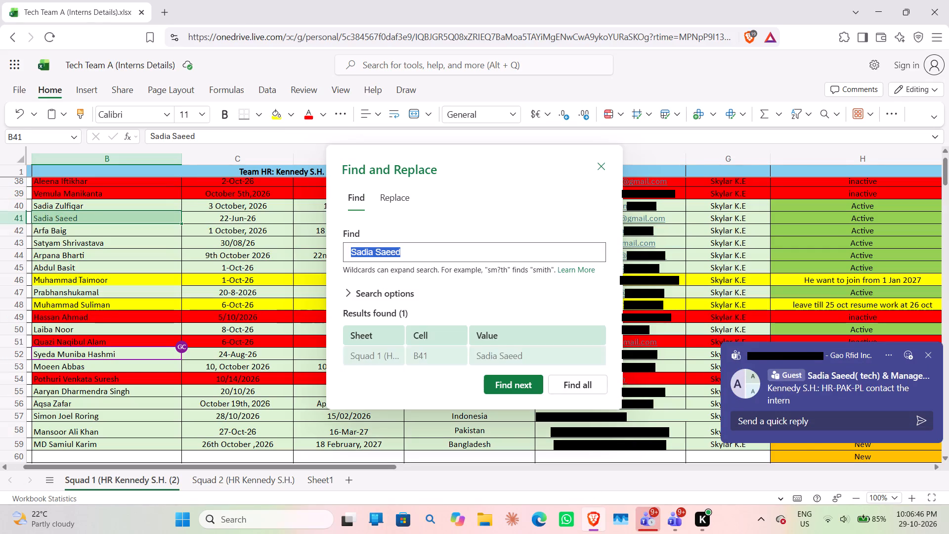
left_click(600, 164)
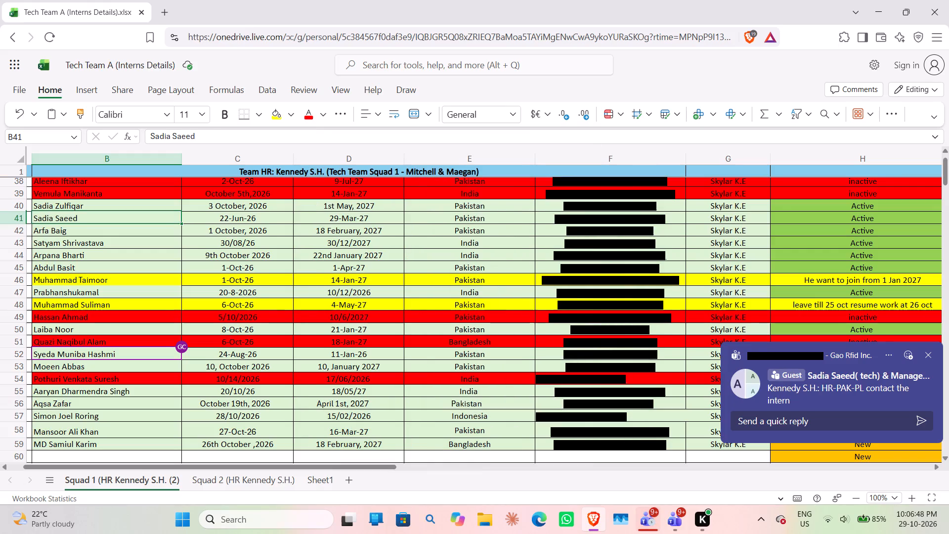
Fill the found intern's record in row 41 with red, from the name column through the status column.
left_click_drag(114, 214, 660, 215)
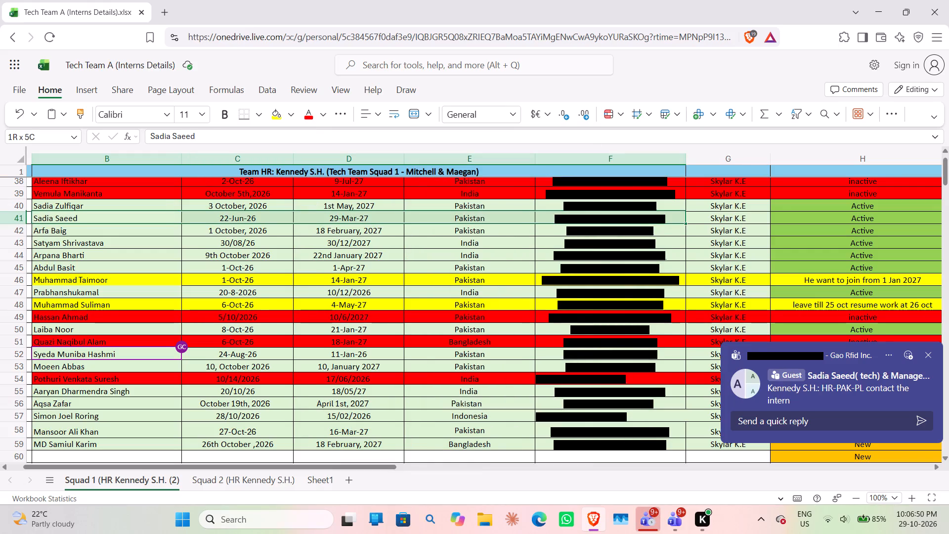
left_click_drag(660, 215, 872, 219)
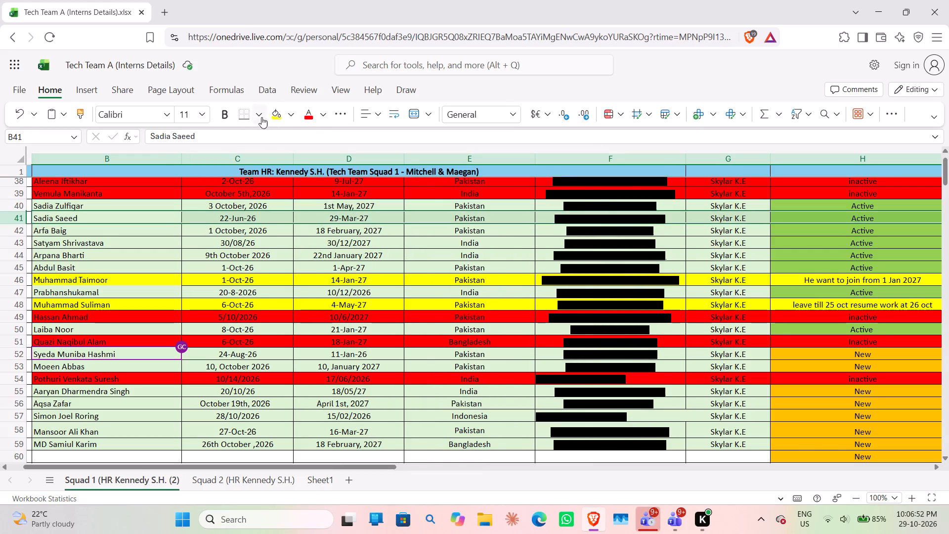
left_click(290, 113)
left_click(290, 276)
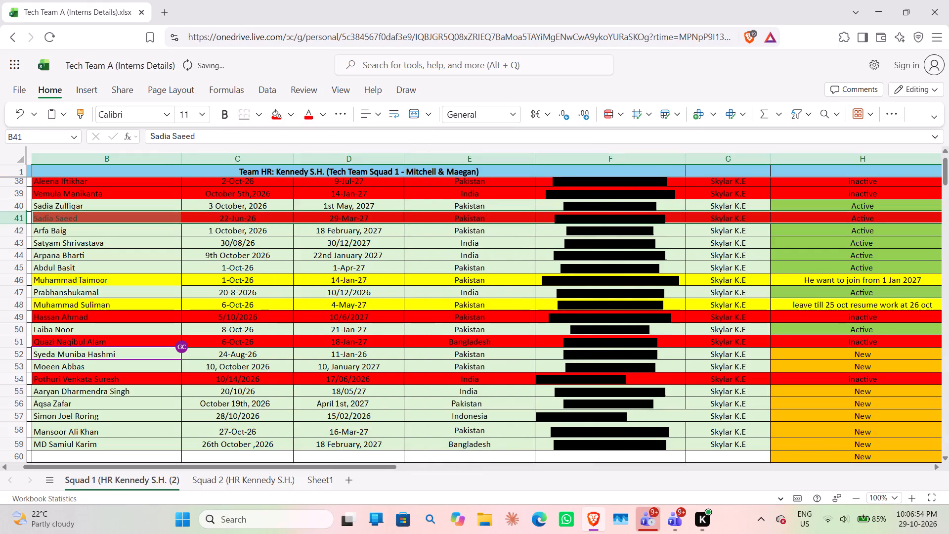
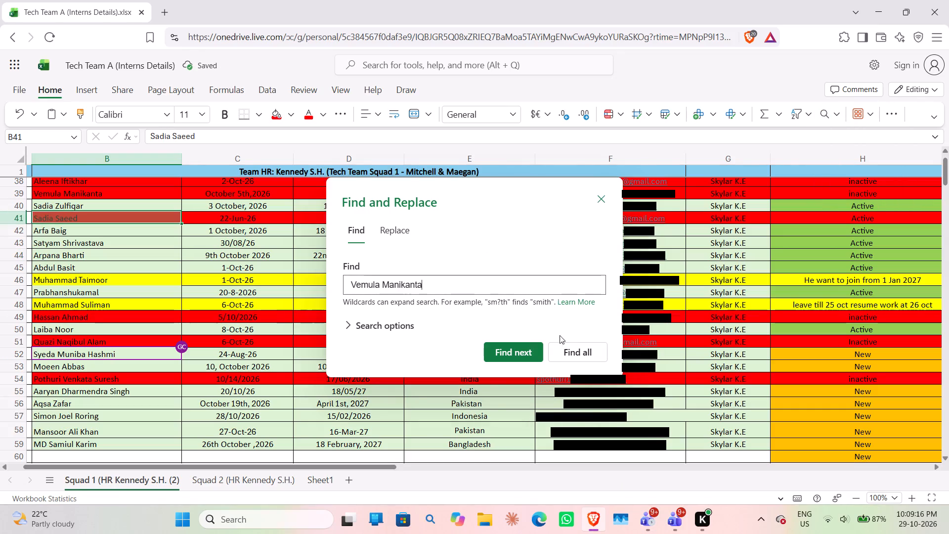
Locate the intern name already entered in the search within the Squad 1 sheet, and delete that intern's entire row 39.
left_click(582, 359)
left_click(440, 354)
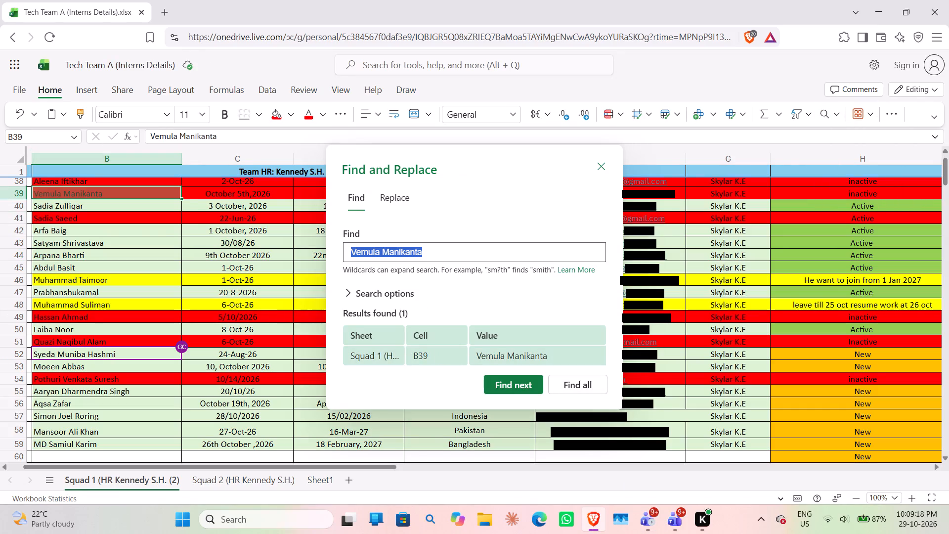
left_click(605, 166)
left_click(19, 194)
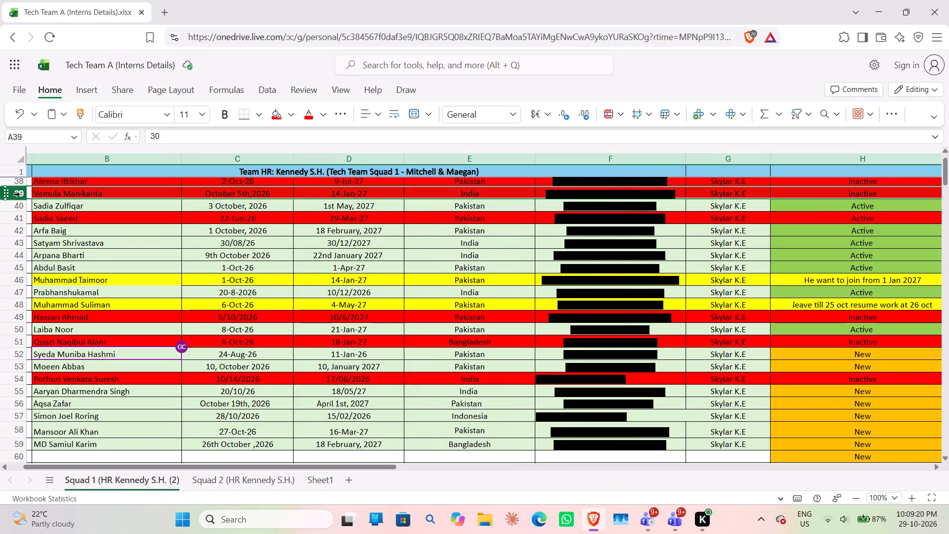
right_click(19, 194)
left_click(80, 332)
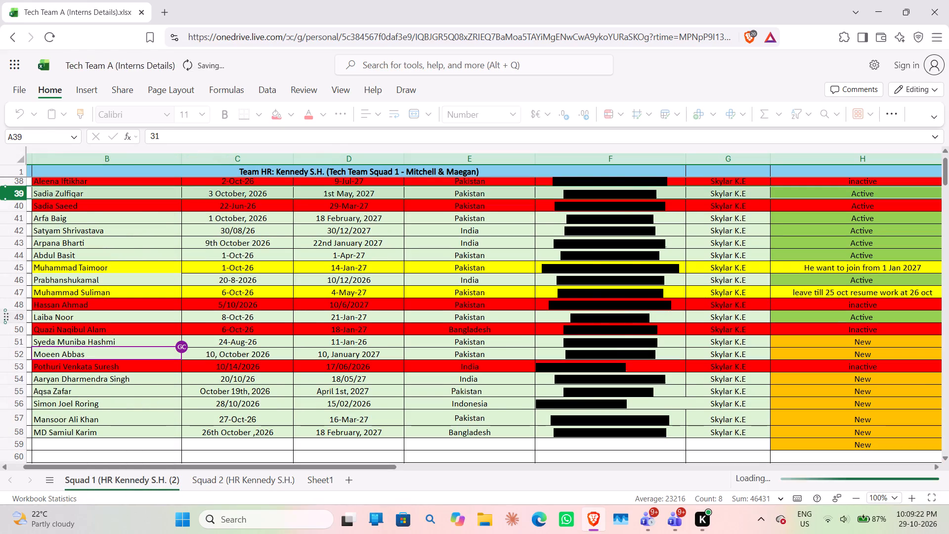